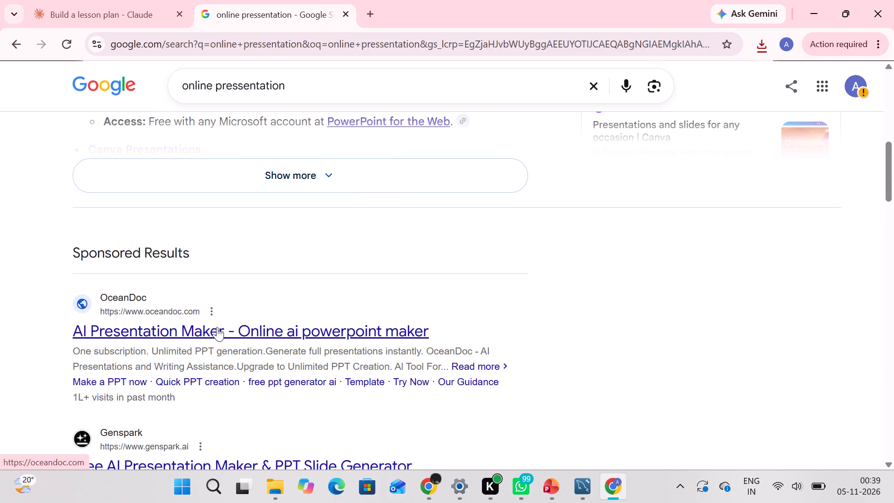
{"action": "scroll", "coordinate": [217, 327], "scroll_direction": "up", "scroll_amount": 3}
{"action": "scroll", "coordinate": [217, 327], "scroll_direction": "down", "scroll_amount": 6}
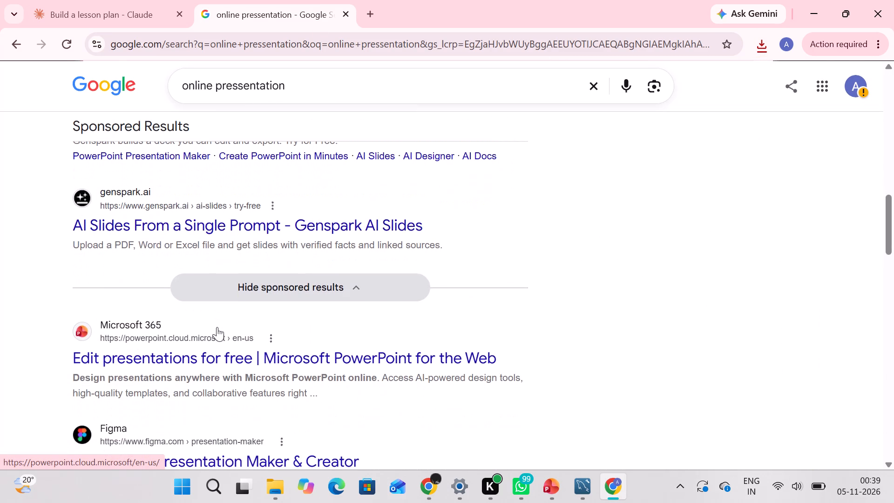
{"action": "scroll", "coordinate": [199, 349], "scroll_direction": "down", "scroll_amount": 3}
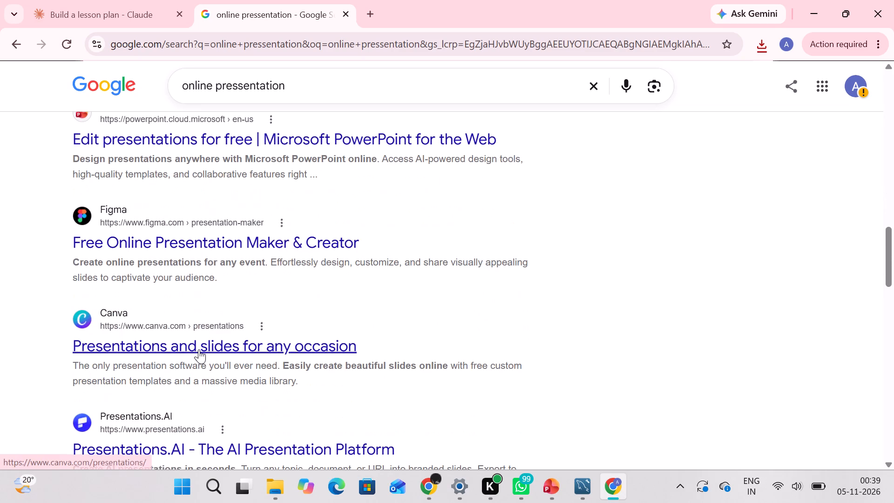
{"action": "left_click", "coordinate": [204, 138]}
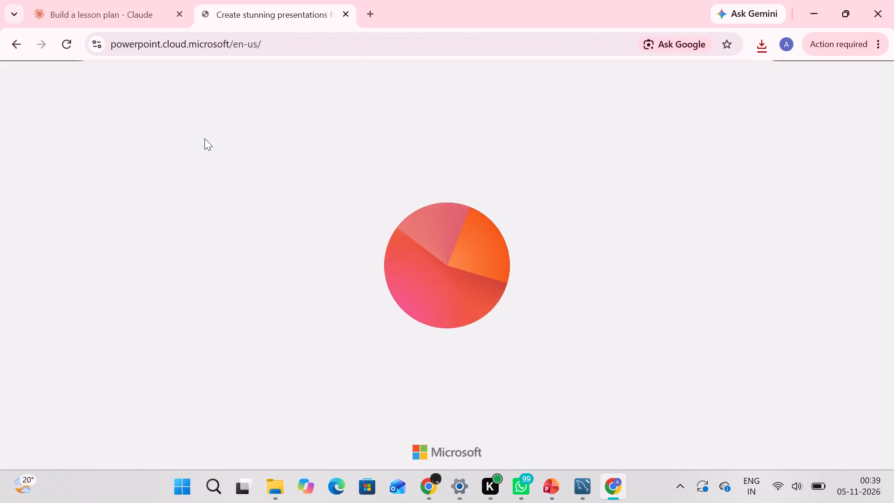
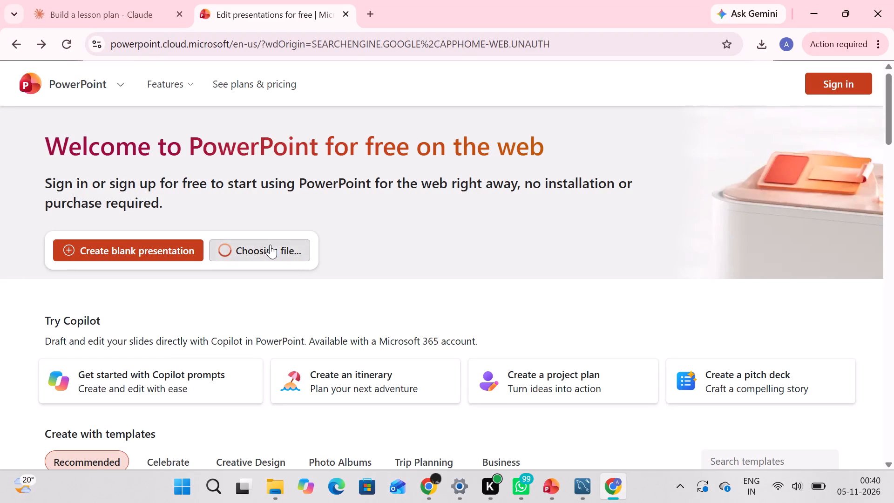
Go back to the online presentation search results and reopen the Microsoft PowerPoint for the Web result.
{"action": "left_click", "coordinate": [14, 41]}
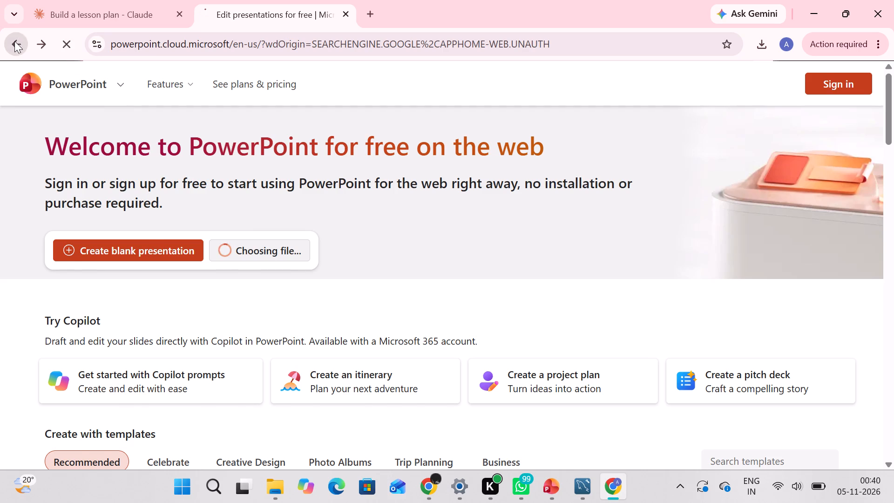
{"action": "left_click", "coordinate": [174, 127]}
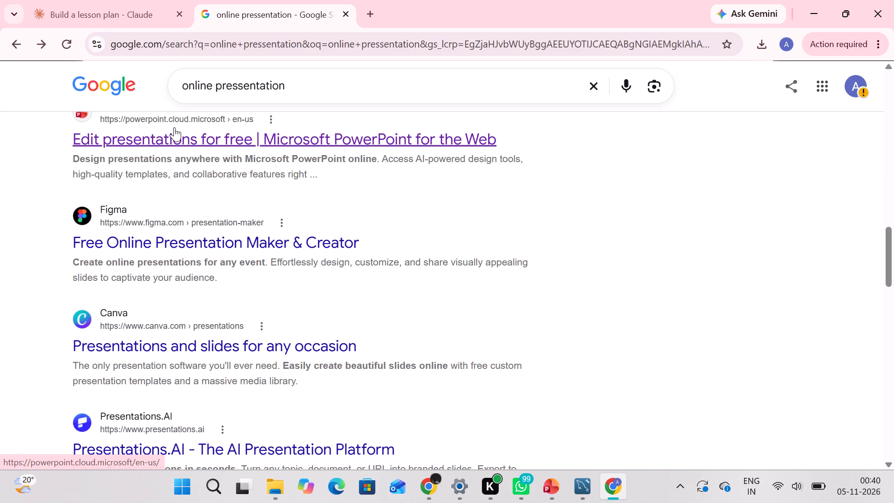
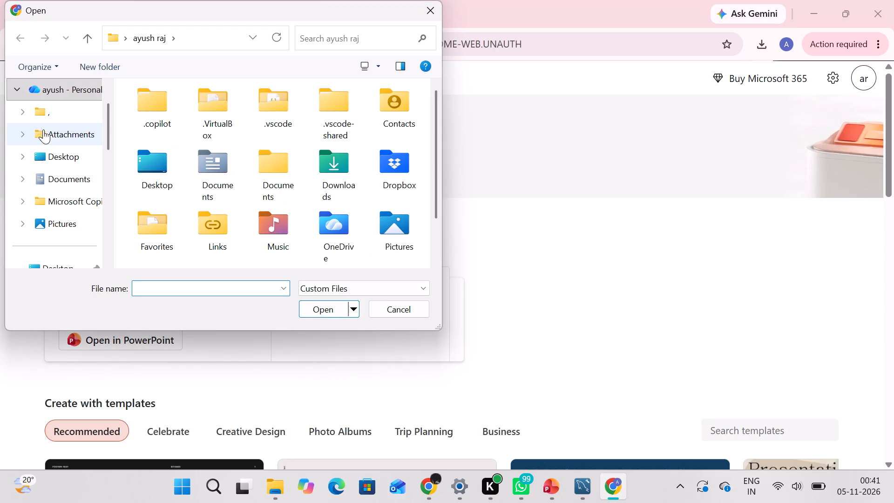
Browse the recent files in the Home location for the Paytm wallet and UPI DBMS presentation to upload.
{"action": "scroll", "coordinate": [32, 117], "scroll_direction": "up", "scroll_amount": 3}
{"action": "left_click", "coordinate": [38, 85]}
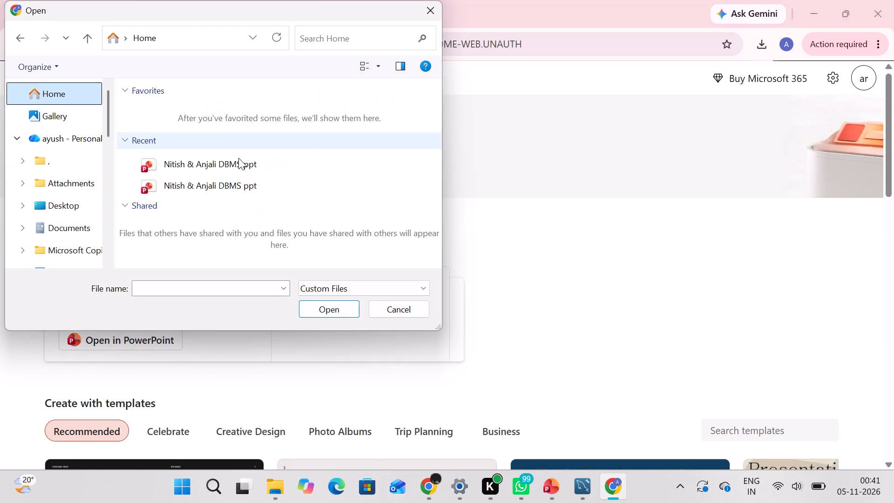
{"action": "left_click", "coordinate": [264, 164]}
{"action": "scroll", "coordinate": [264, 164], "scroll_direction": "down", "scroll_amount": 6}
{"action": "scroll", "coordinate": [264, 164], "scroll_direction": "up", "scroll_amount": 1}
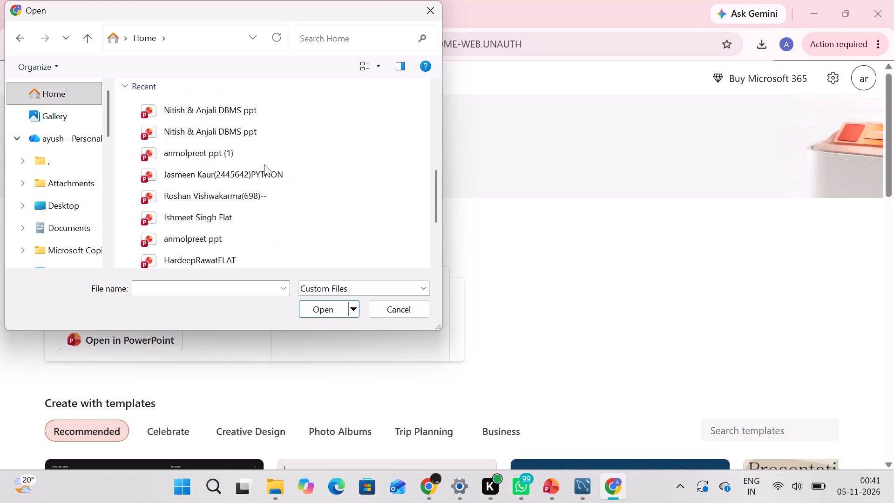
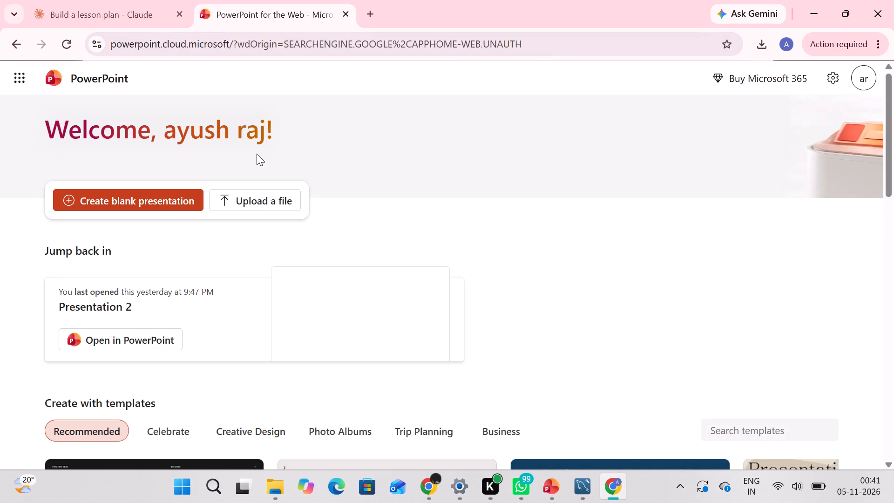
{"action": "left_click", "coordinate": [256, 200]}
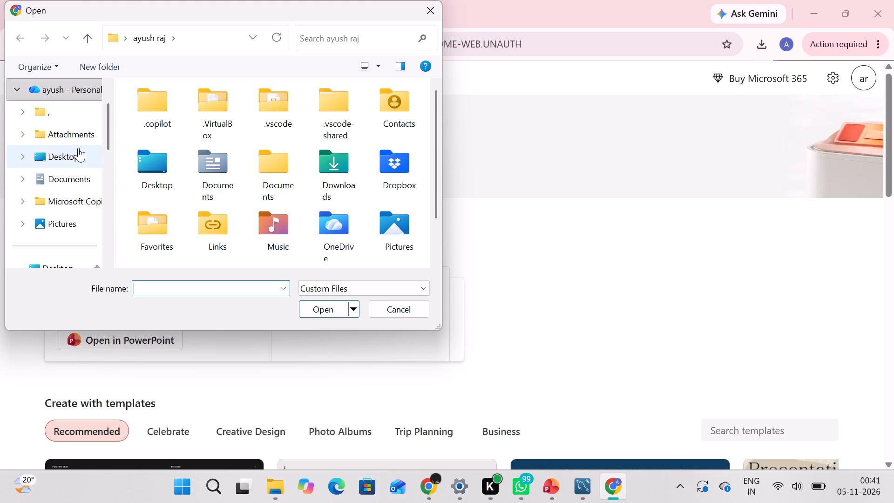
{"action": "scroll", "coordinate": [165, 167], "scroll_direction": "down", "scroll_amount": 1}
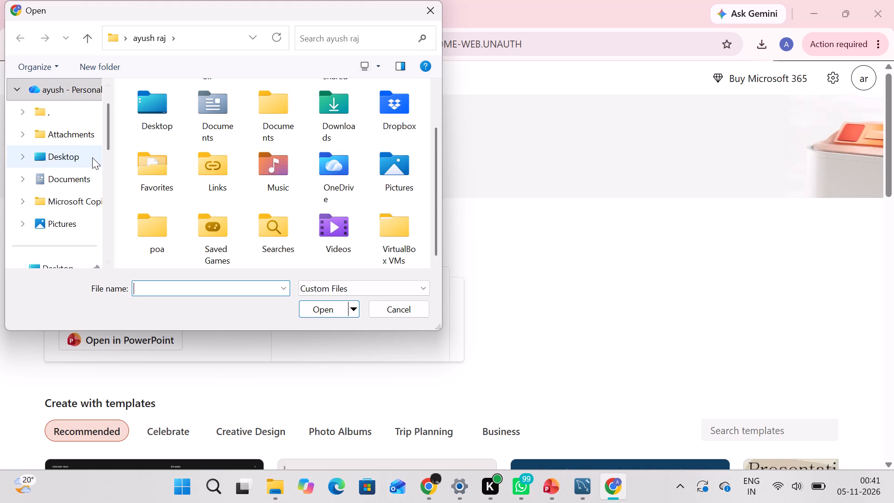
{"action": "scroll", "coordinate": [92, 157], "scroll_direction": "up", "scroll_amount": 2}
{"action": "left_click", "coordinate": [72, 87]}
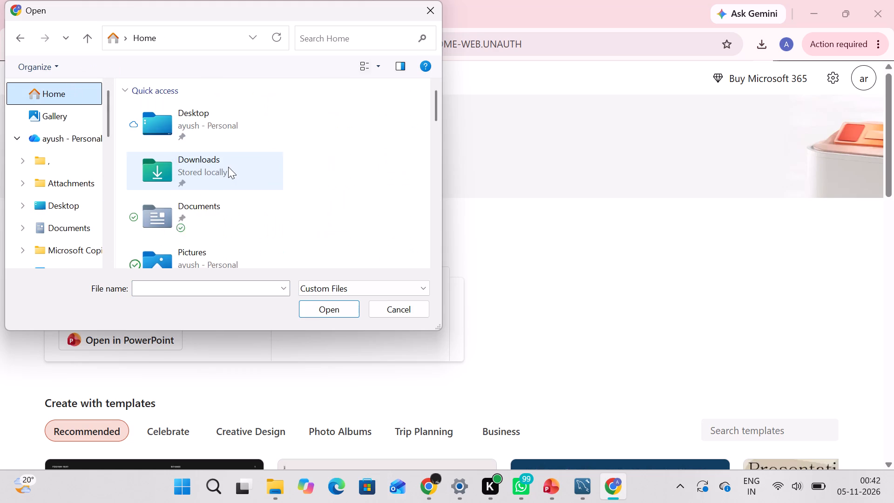
{"action": "scroll", "coordinate": [228, 167], "scroll_direction": "down", "scroll_amount": 2}
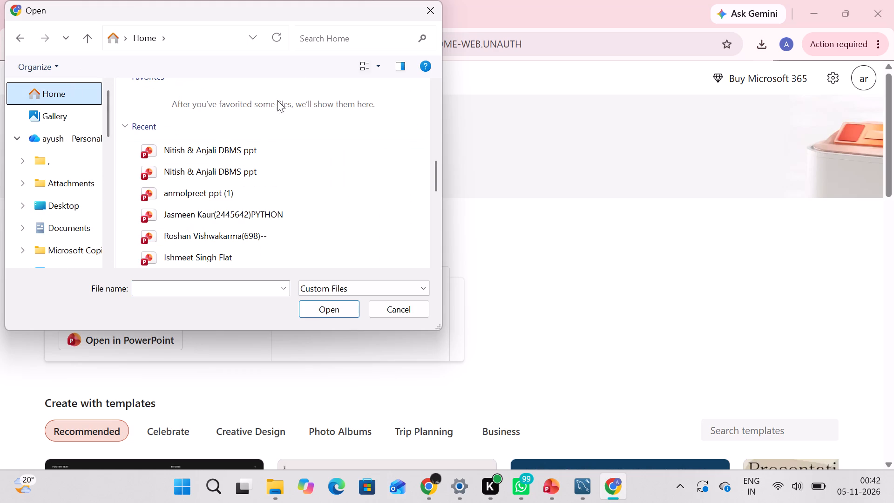
{"action": "left_click", "coordinate": [306, 34]}
{"action": "type", "text": "ayush"}
{"action": "key", "text": "space"}
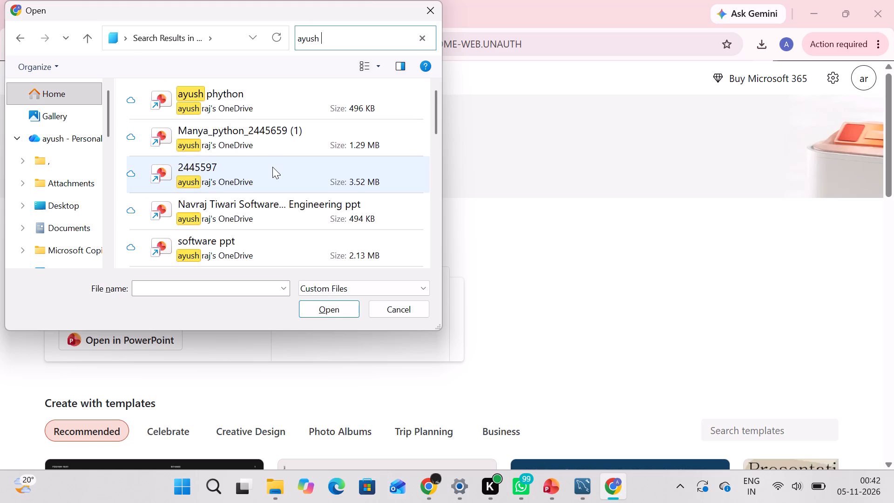
{"action": "scroll", "coordinate": [272, 167], "scroll_direction": "down", "scroll_amount": 1}
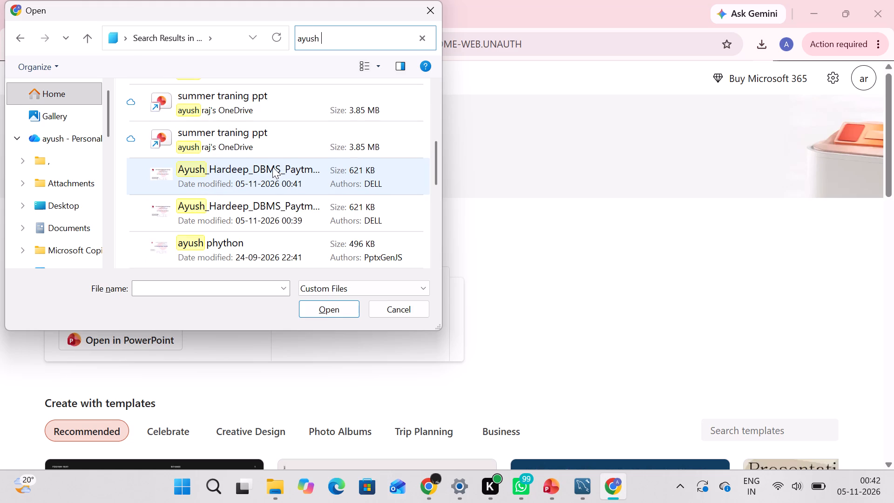
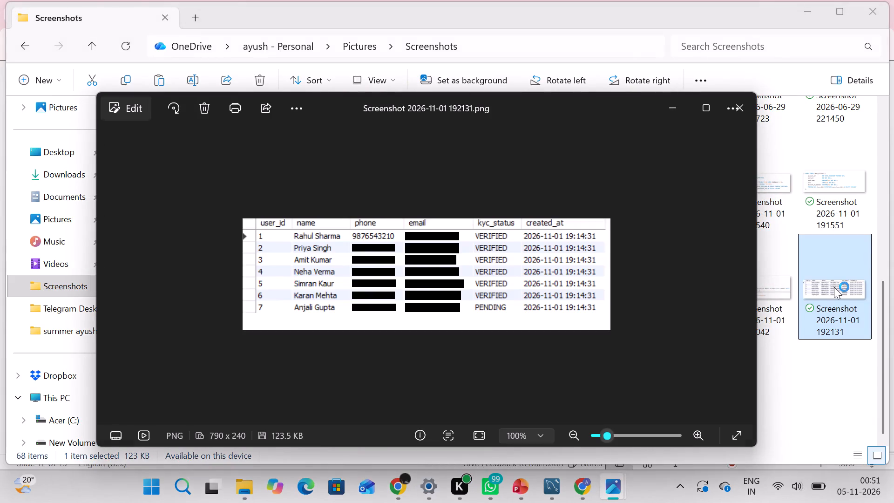
Browse the saved screenshots to the query result with sender_user_id, month, txns and total, and bring up the image's options.
{"action": "key", "text": "Right"}
{"action": "key", "text": "Right"}
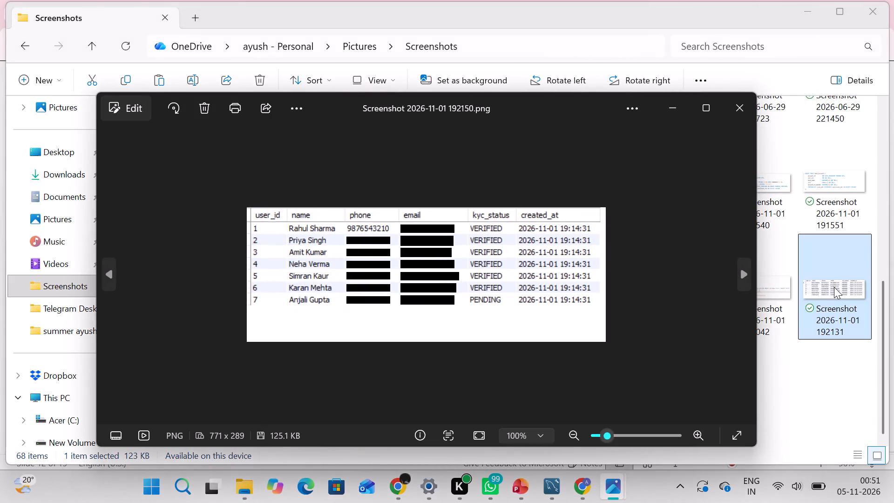
{"action": "key", "text": "Right"}
{"action": "key", "text": "Right"}
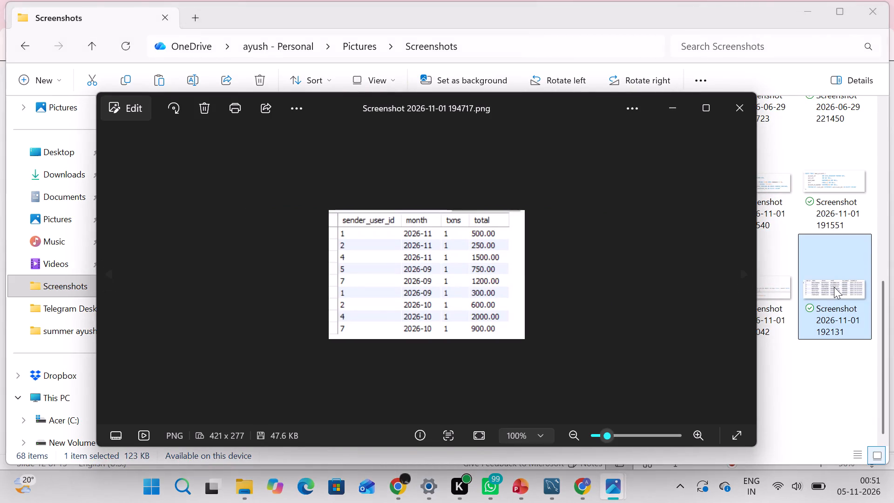
{"action": "right_click", "coordinate": [535, 275]}
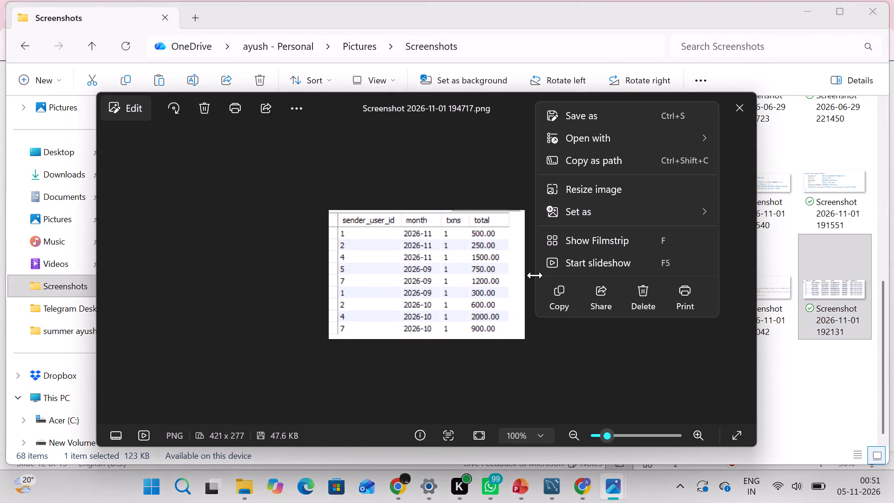
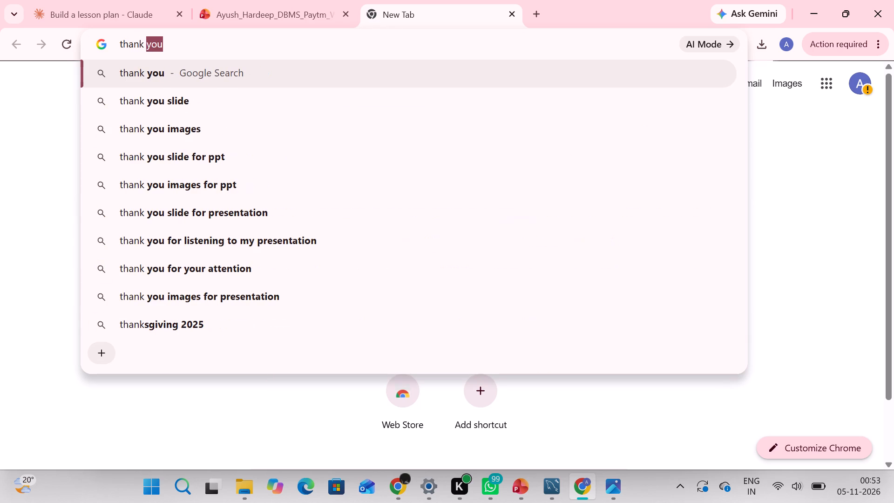
Search Google for "thank you" and browse the image results for a closing-slide picture.
{"action": "type", "text": "yoou"}
{"action": "key", "text": "Return"}
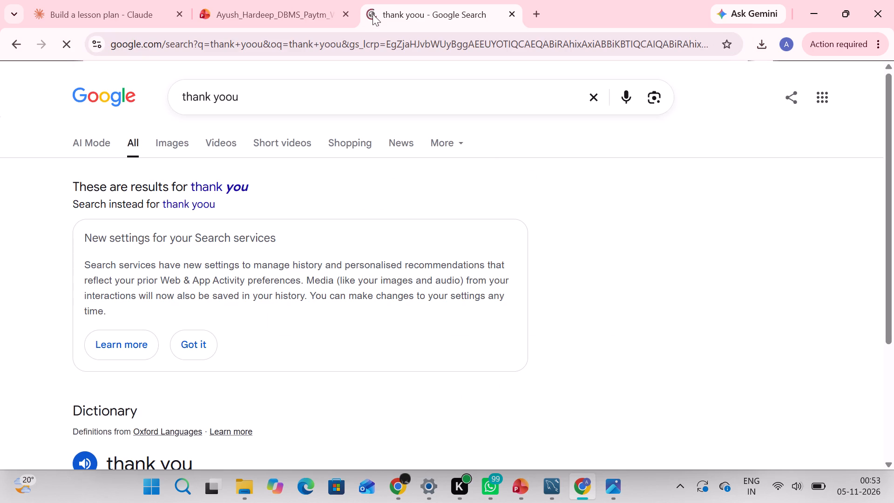
{"action": "left_click", "coordinate": [179, 153]}
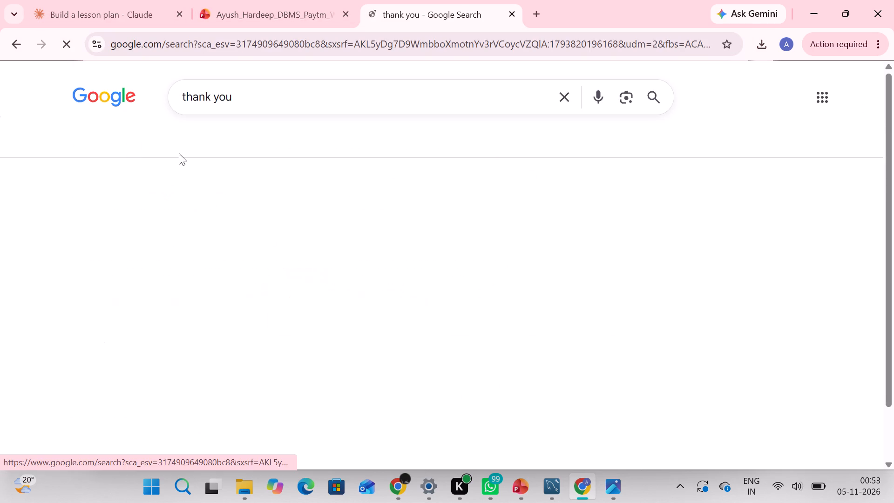
{"action": "scroll", "coordinate": [474, 254], "scroll_direction": "down", "scroll_amount": 1}
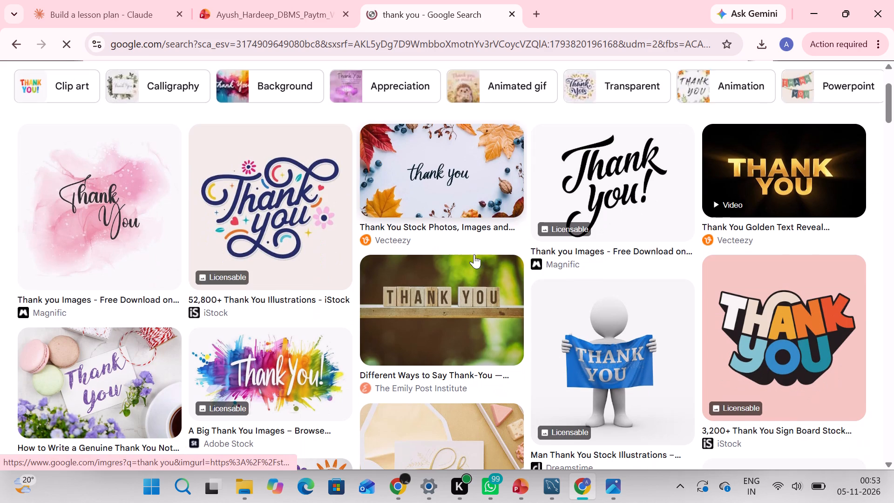
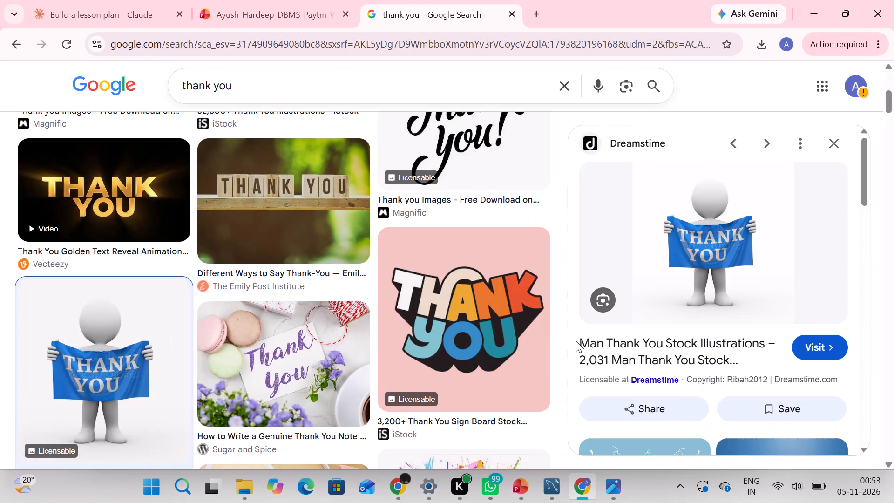
Copy the previewed Dreamstime image of the white figure holding a blue "THANK YOU" banner.
{"action": "right_click", "coordinate": [670, 267]}
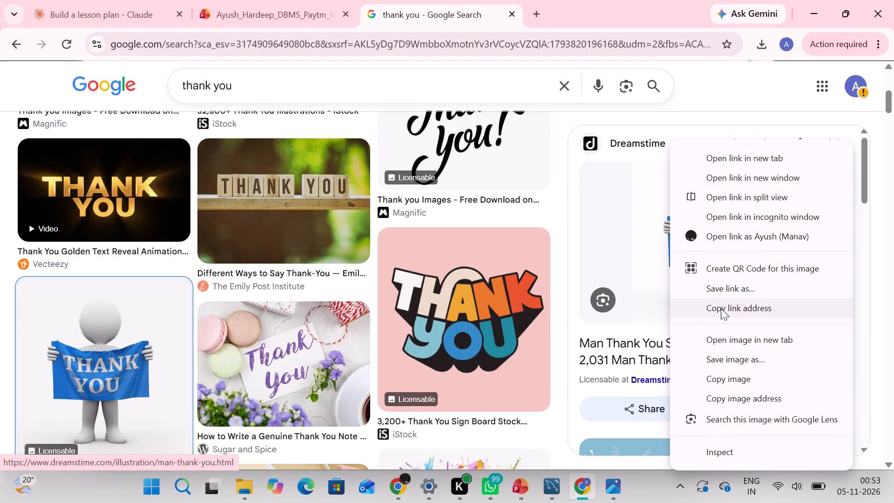
{"action": "left_click", "coordinate": [728, 373]}
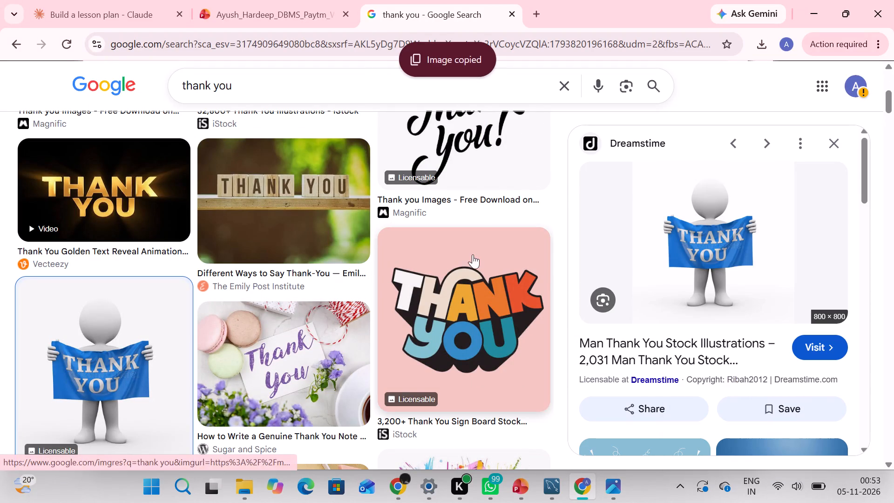
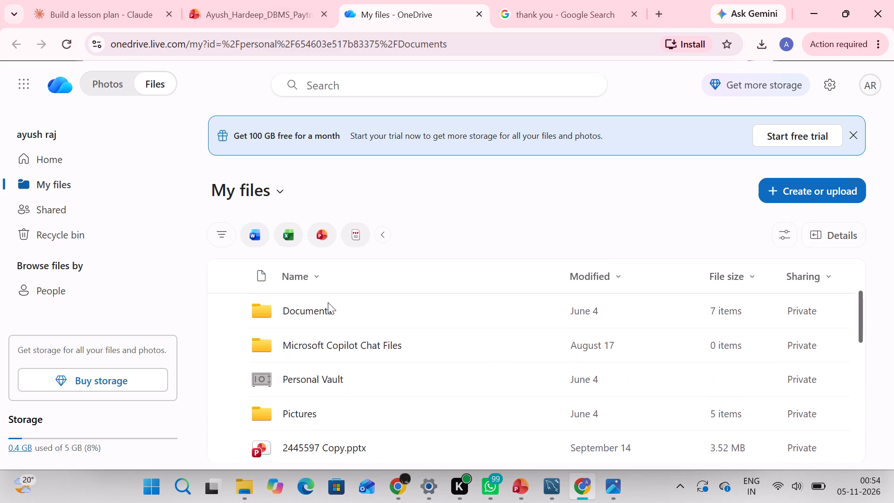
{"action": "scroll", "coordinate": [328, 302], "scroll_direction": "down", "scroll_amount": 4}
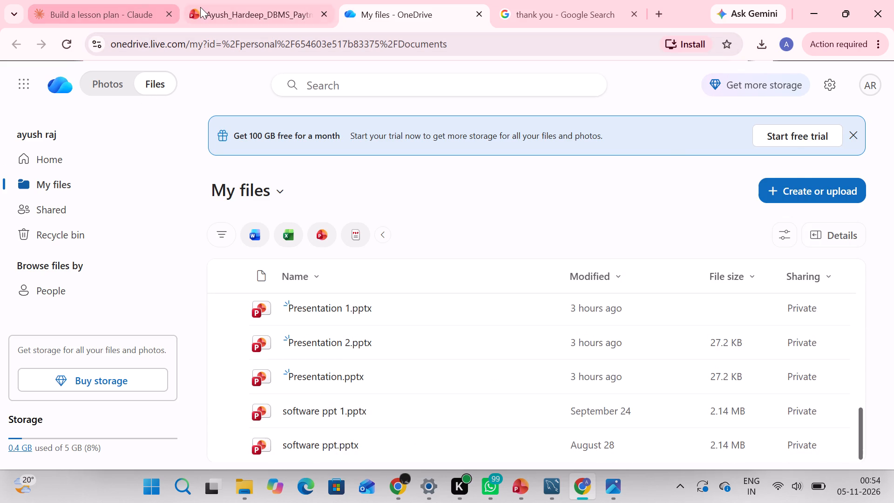
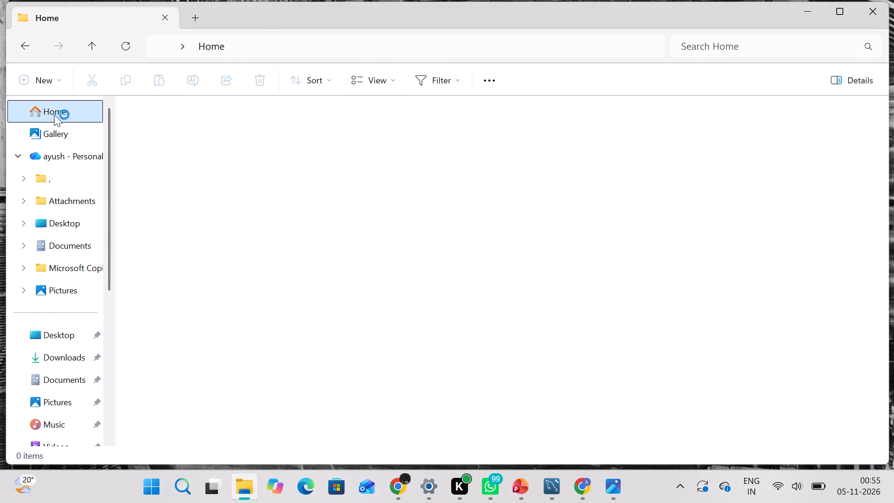
Search the Home files for "ayush and har" and open the "ayush and hardeep ppt" presentation.
{"action": "scroll", "coordinate": [253, 330], "scroll_direction": "down", "scroll_amount": 1}
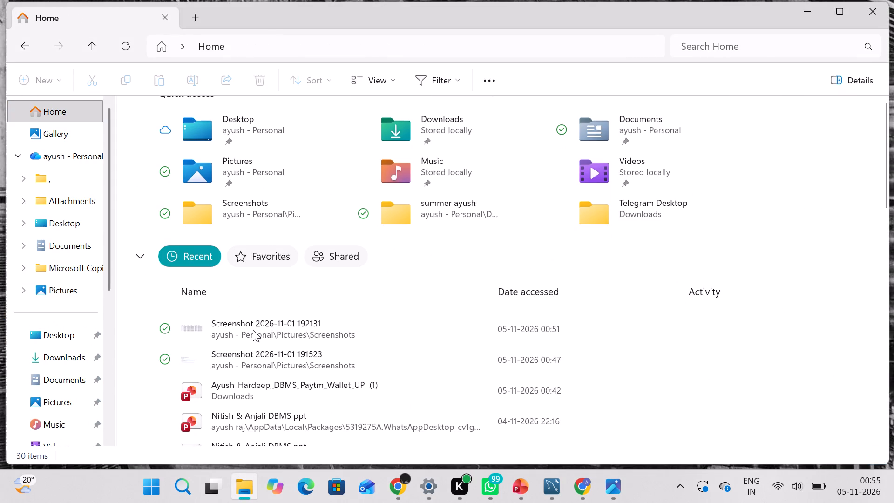
{"action": "scroll", "coordinate": [287, 379], "scroll_direction": "down", "scroll_amount": 1}
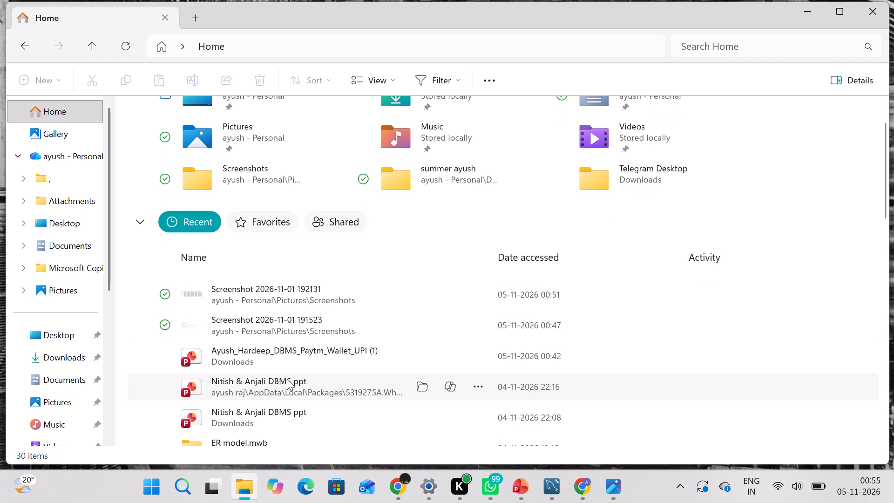
{"action": "scroll", "coordinate": [287, 379], "scroll_direction": "up", "scroll_amount": 2}
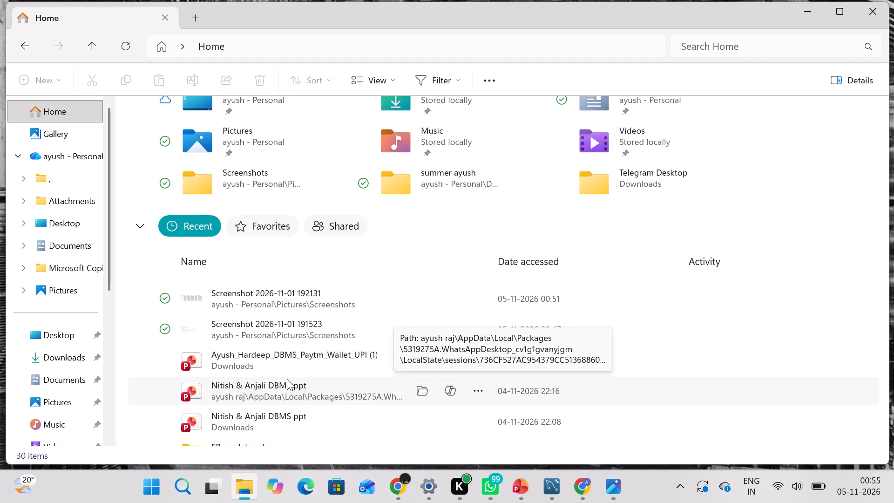
{"action": "scroll", "coordinate": [287, 379], "scroll_direction": "up", "scroll_amount": 2}
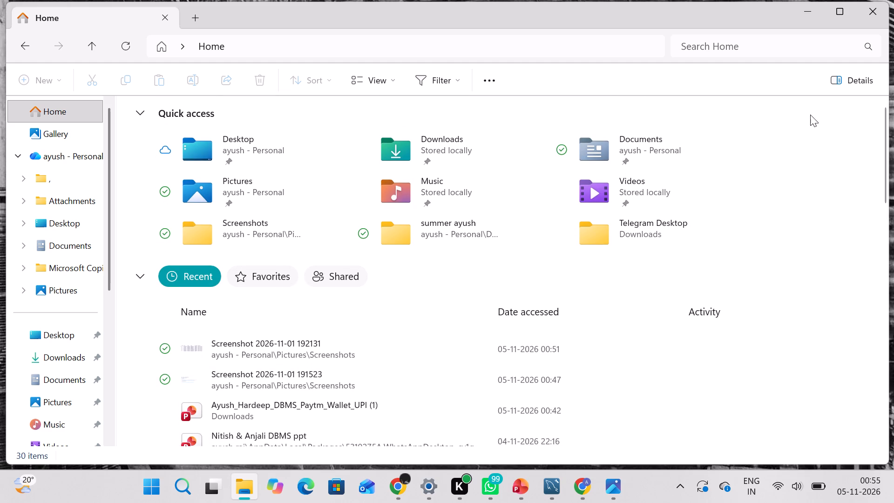
{"action": "left_click", "coordinate": [743, 48]}
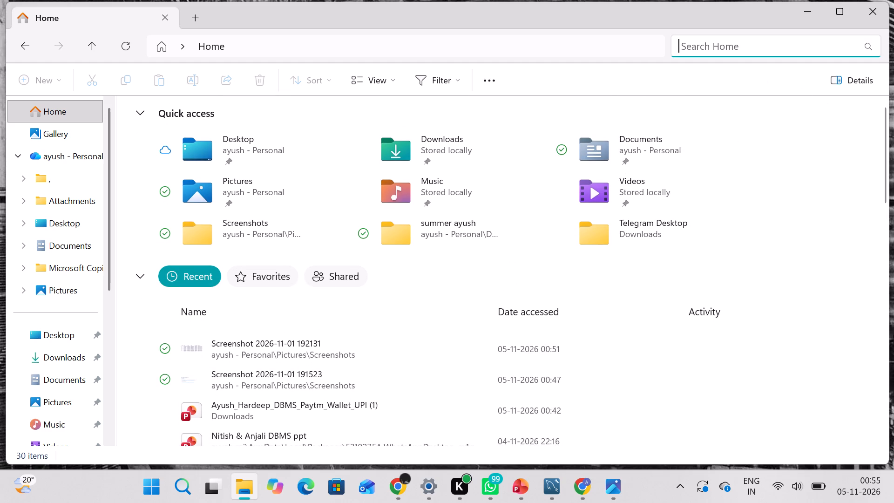
{"action": "type", "text": "ayush"}
{"action": "key", "text": "space"}
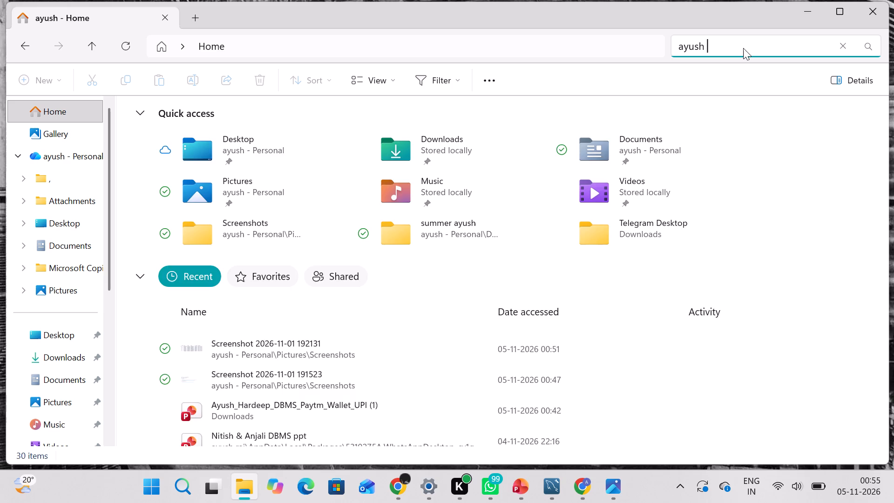
{"action": "type", "text": "and"}
{"action": "key", "text": "space"}
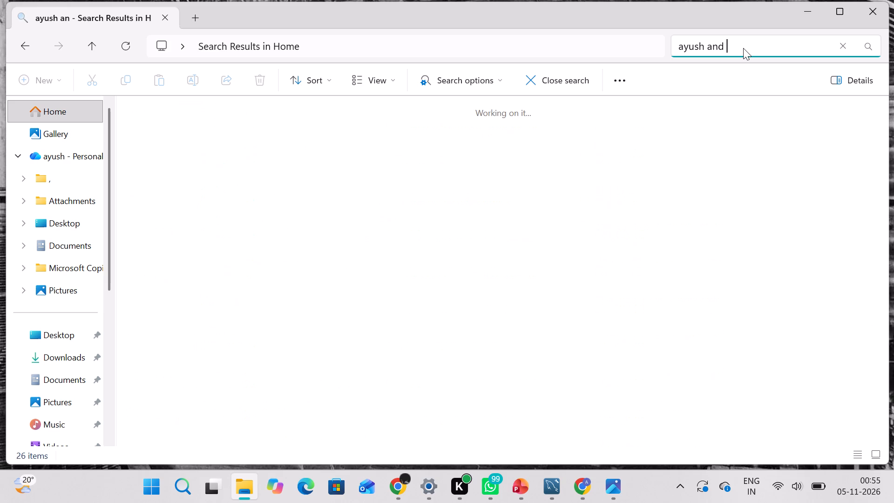
{"action": "type", "text": "har"}
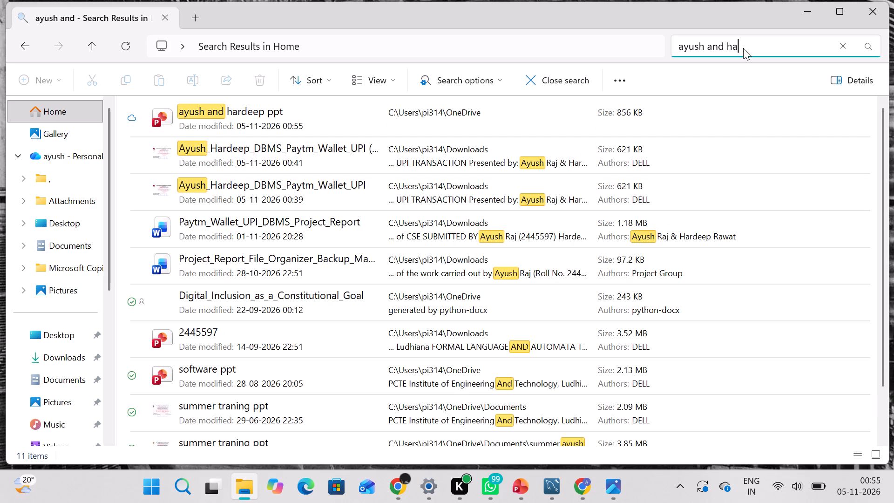
{"action": "double_click", "coordinate": [491, 129]}
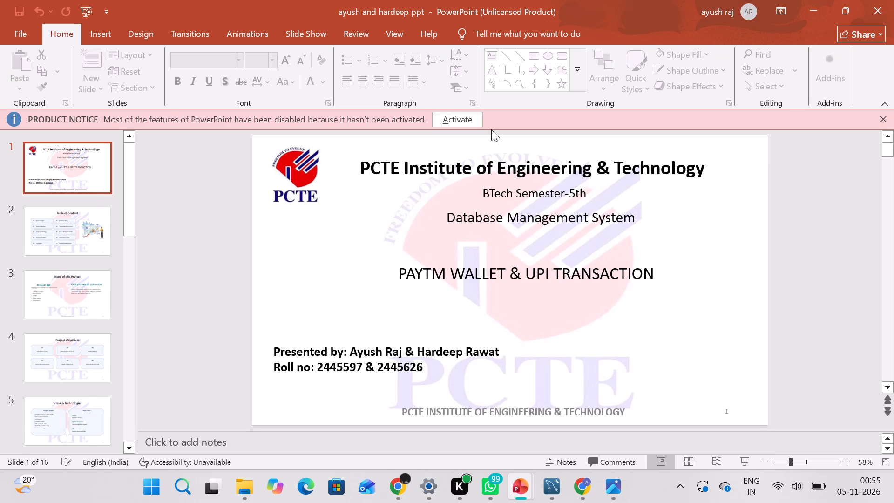
Review the Paytm wallet and UPI presentation from the Table of Content slide through slide 16.
{"action": "left_click", "coordinate": [74, 220]}
{"action": "key", "text": "Right"}
{"action": "key", "text": "Right"}
{"action": "key", "text": "Down"}
{"action": "key", "text": "Down"}
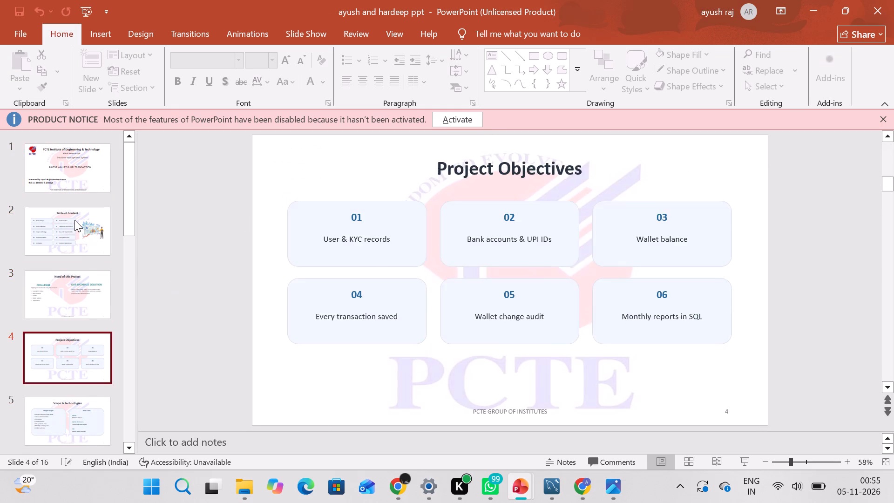
{"action": "key", "text": "Down"}
{"action": "key", "text": "Down"}
{"action": "key", "text": "Down"}
{"action": "key", "text": "Down"}
{"action": "key", "text": "Down"}
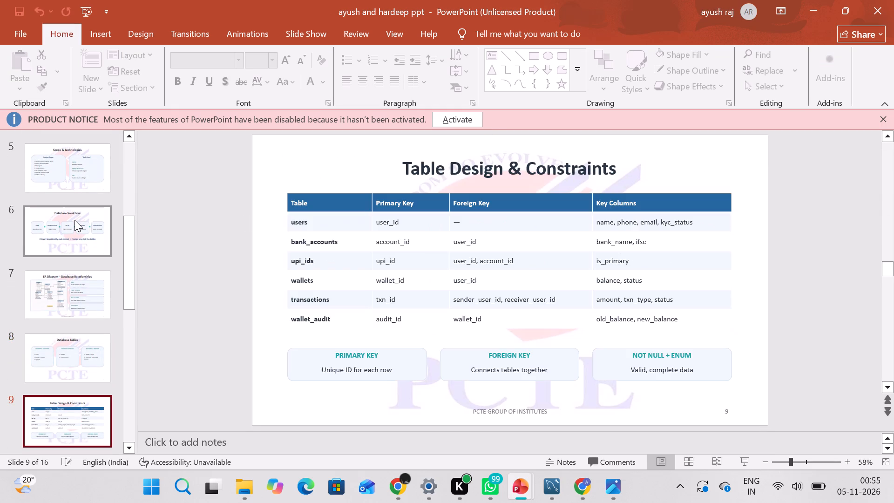
{"action": "key", "text": "Down"}
{"action": "key", "text": "Down"}
{"action": "key", "text": "Down"}
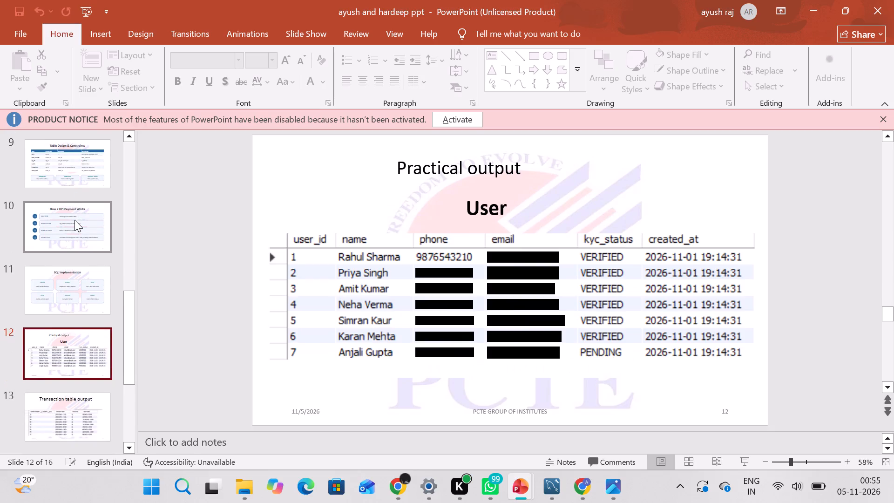
{"action": "key", "text": "Down"}
{"action": "key", "text": "Down"}
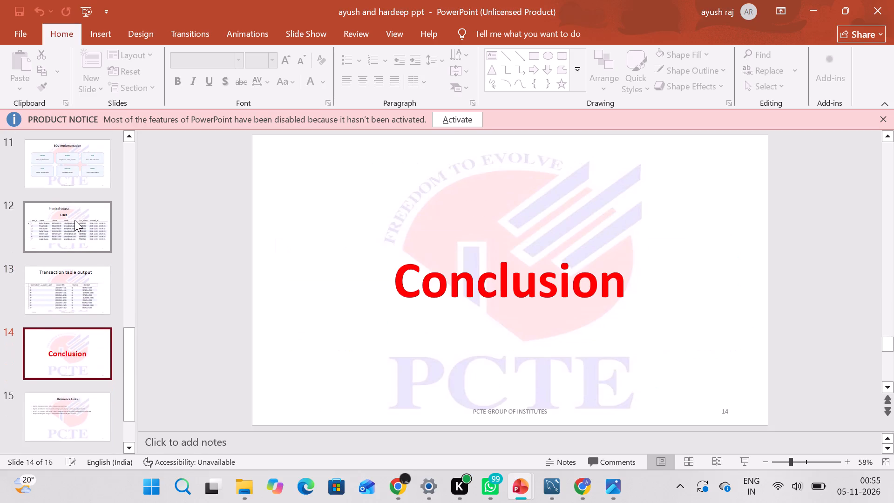
{"action": "key", "text": "Down"}
{"action": "key", "text": "Down"}
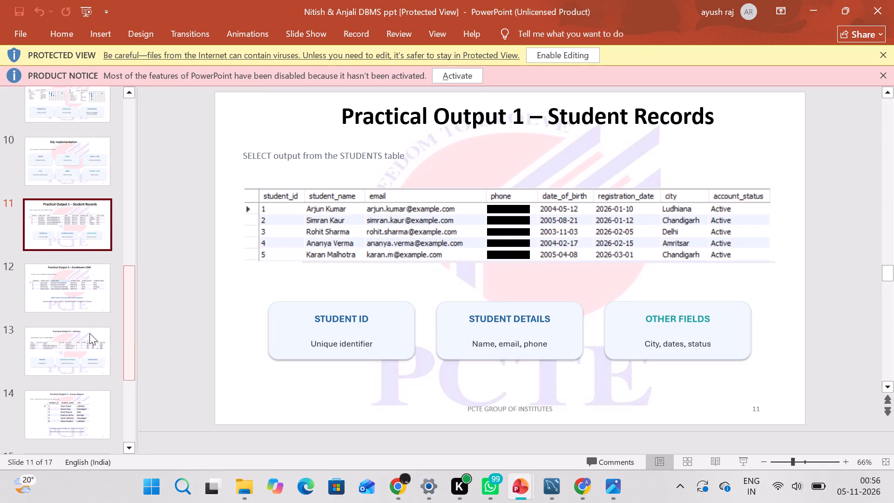
In the "Nitish & Anjali DBMS ppt" reference presentation, examine the practical output slides from slide 12 through the Conclusion slide.
{"action": "left_click", "coordinate": [37, 295]}
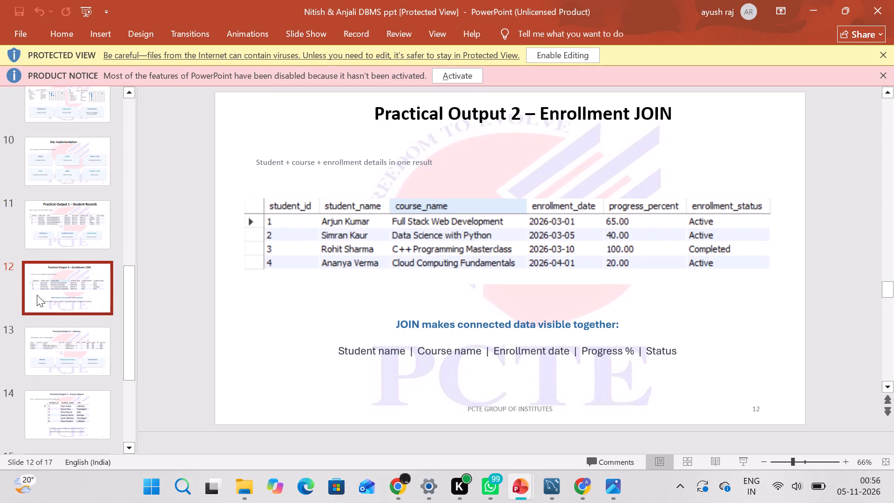
{"action": "key", "text": "Right"}
{"action": "key", "text": "Down"}
{"action": "key", "text": "Down"}
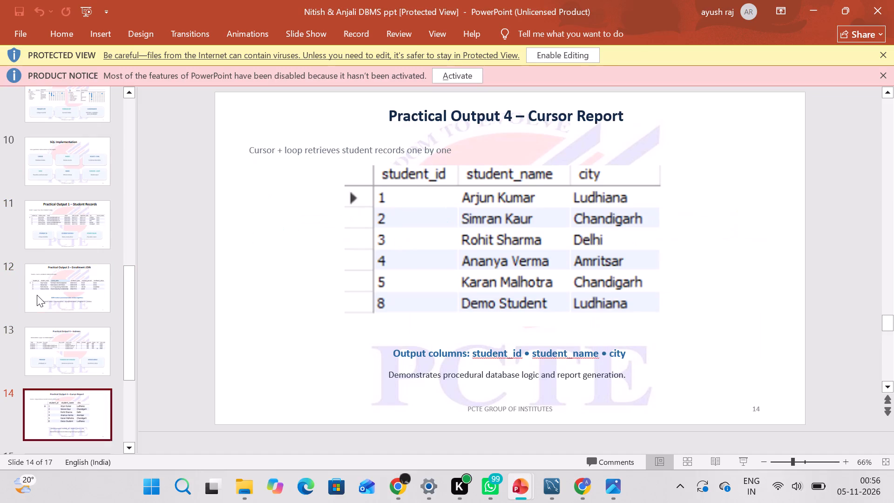
{"action": "key", "text": "Down"}
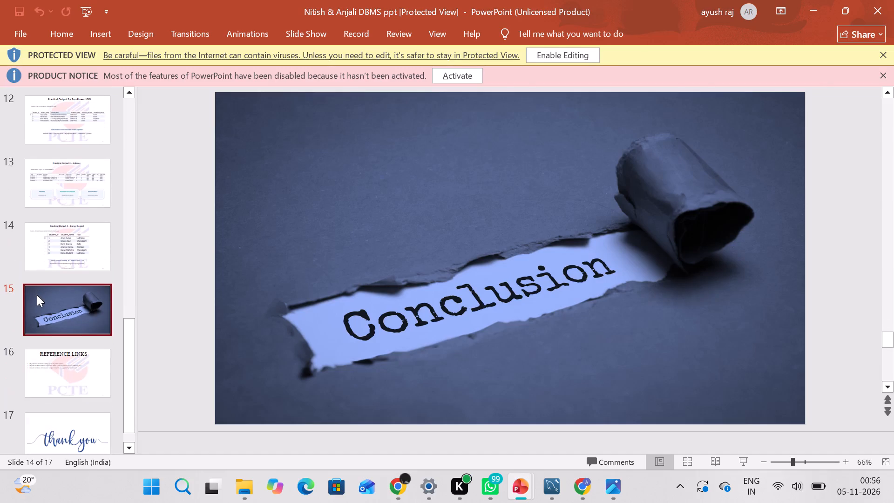